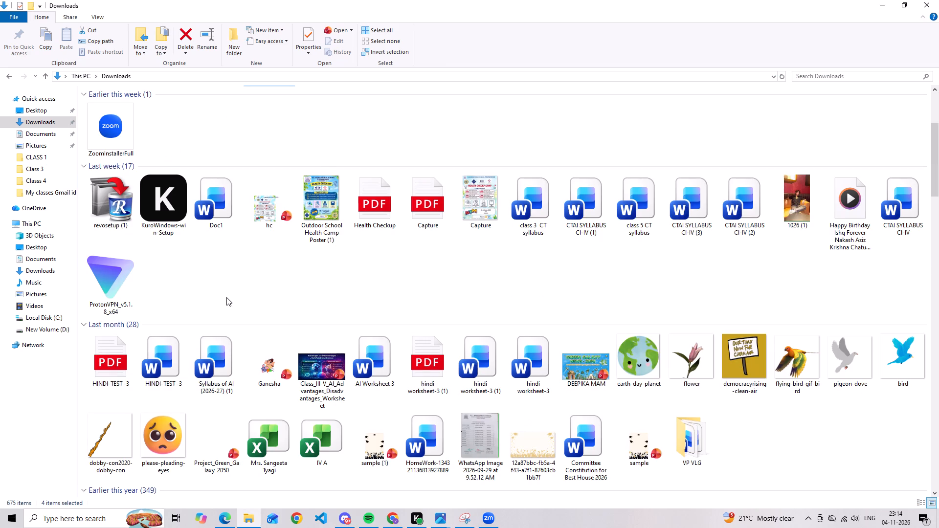
Open the Hindi and EVS teacher's timetable workbook from Downloads in Excel, enable editing and dismiss the Office activation wizard.
{"action": "scroll", "coordinate": [238, 278], "scroll_direction": "up", "scroll_amount": 1}
{"action": "scroll", "coordinate": [240, 277], "scroll_direction": "down", "scroll_amount": 1}
{"action": "double_click", "coordinate": [273, 452]}
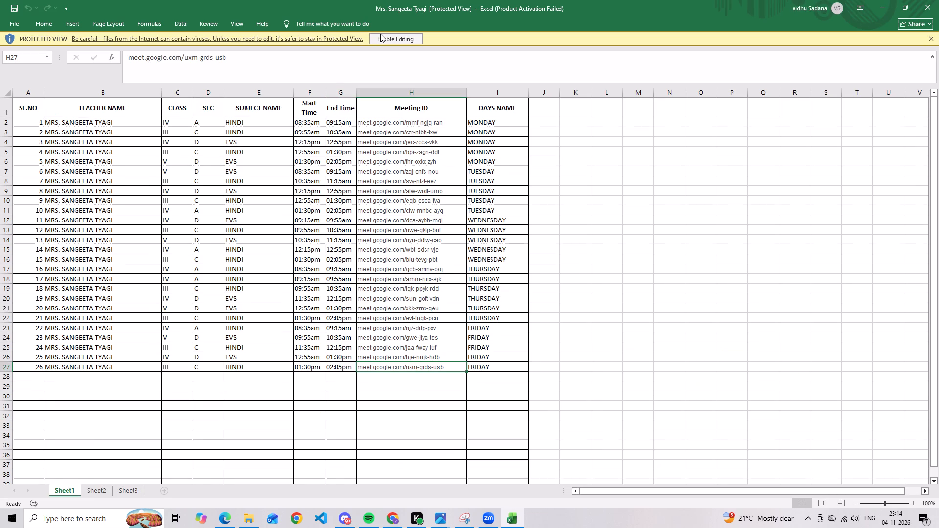
{"action": "left_click", "coordinate": [384, 34]}
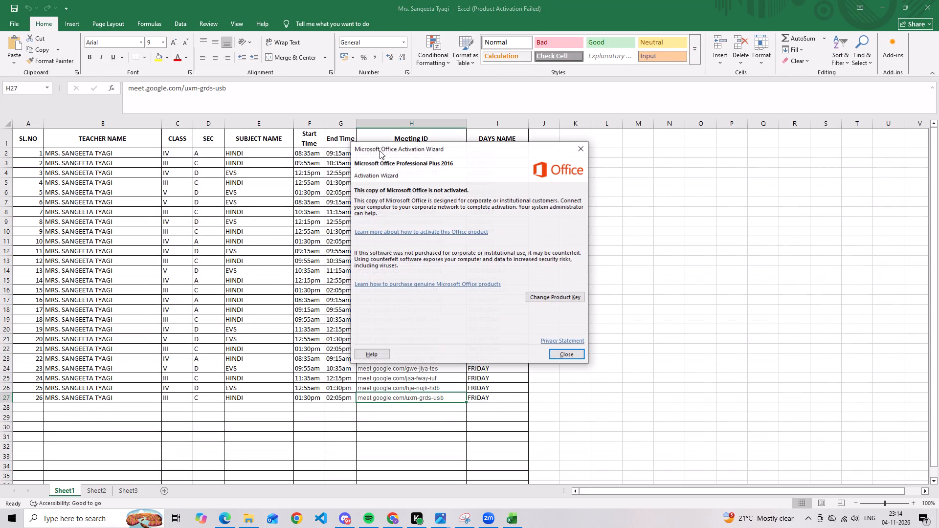
{"action": "left_click", "coordinate": [590, 149]}
{"action": "left_click", "coordinate": [586, 149]}
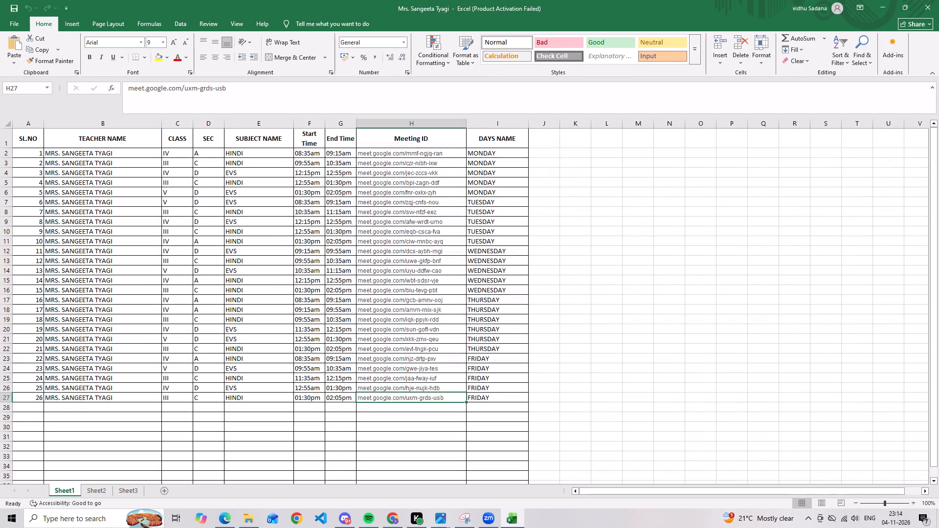
Remove all meeting links below the Meeting ID header, emptying H2 and clearing both contents and formatting from H3:H28.
{"action": "left_click_drag", "start_coordinate": [415, 154], "coordinate": [404, 398]}
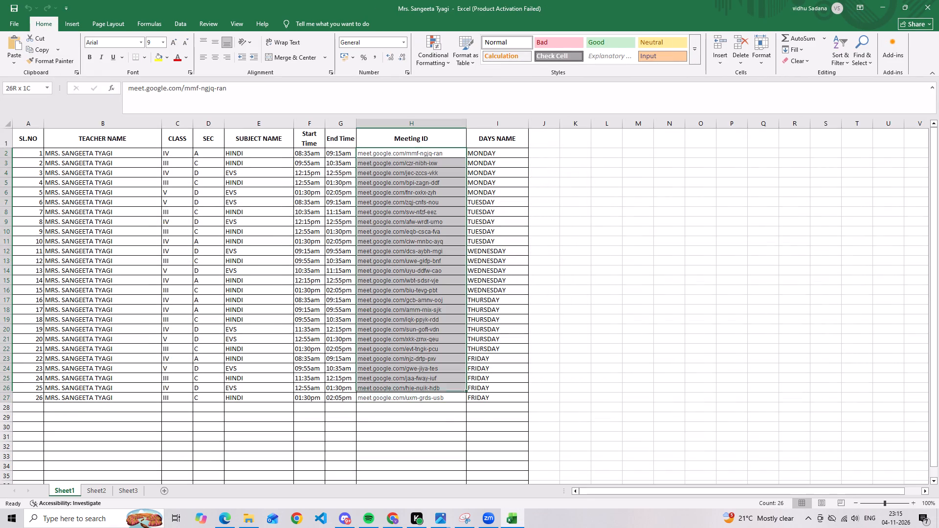
{"action": "left_click_drag", "start_coordinate": [404, 398], "coordinate": [404, 418]}
{"action": "key", "text": "BackSpace"}
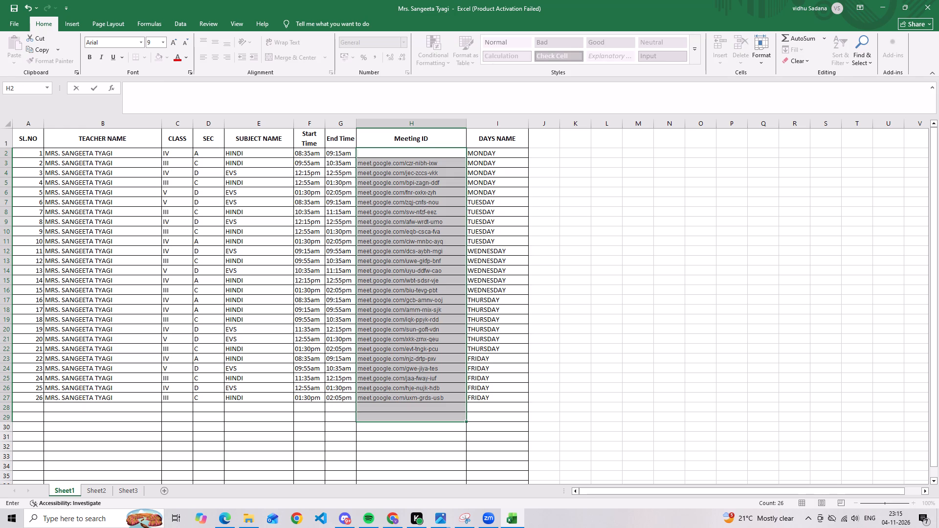
{"action": "left_click", "coordinate": [632, 247]}
{"action": "left_click_drag", "start_coordinate": [417, 160], "coordinate": [410, 353]}
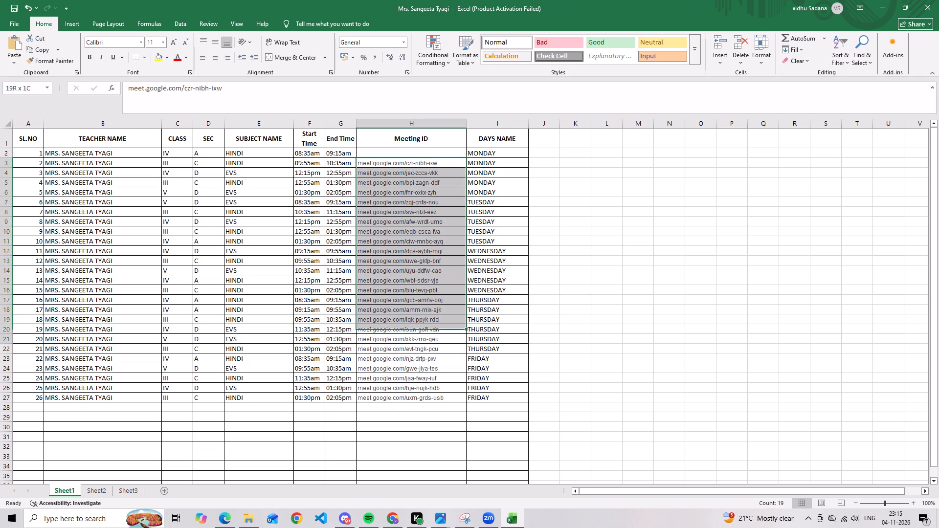
{"action": "left_click_drag", "start_coordinate": [410, 353], "coordinate": [414, 403]}
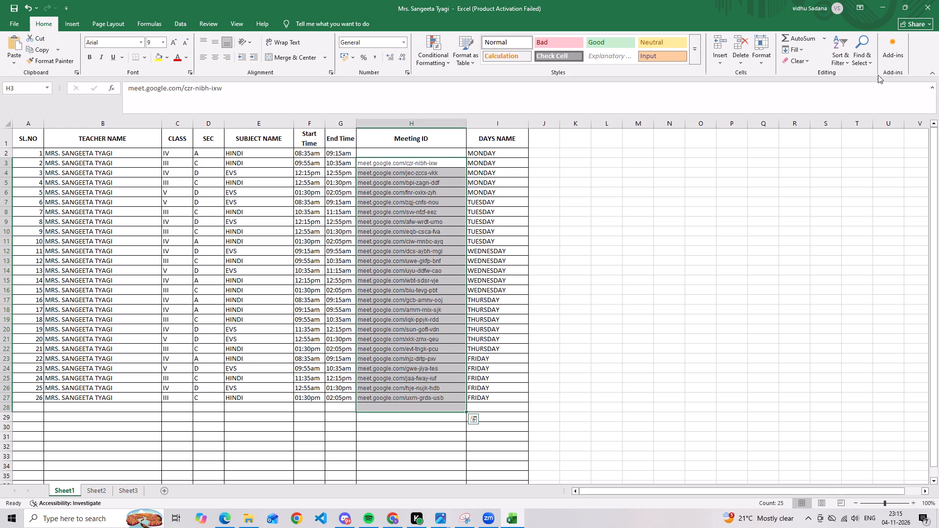
{"action": "left_click", "coordinate": [801, 63]}
{"action": "left_click", "coordinate": [799, 76]}
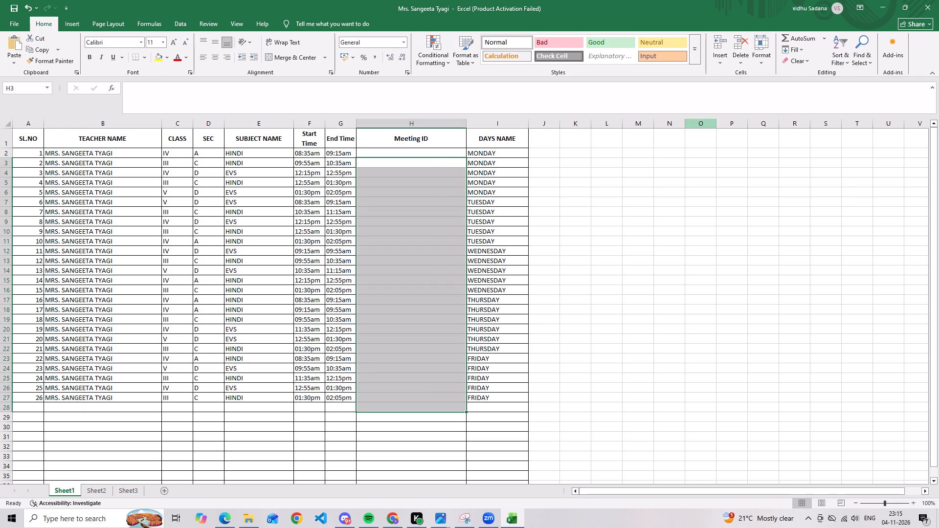
Deselect the Meeting ID cells by selecting an empty cell outside the timetable, around L7.
{"action": "left_click", "coordinate": [615, 206]}
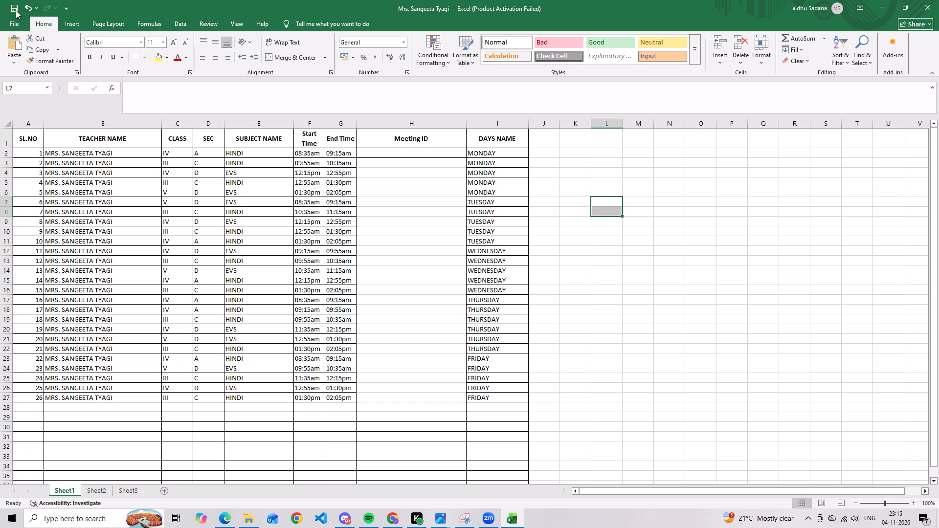
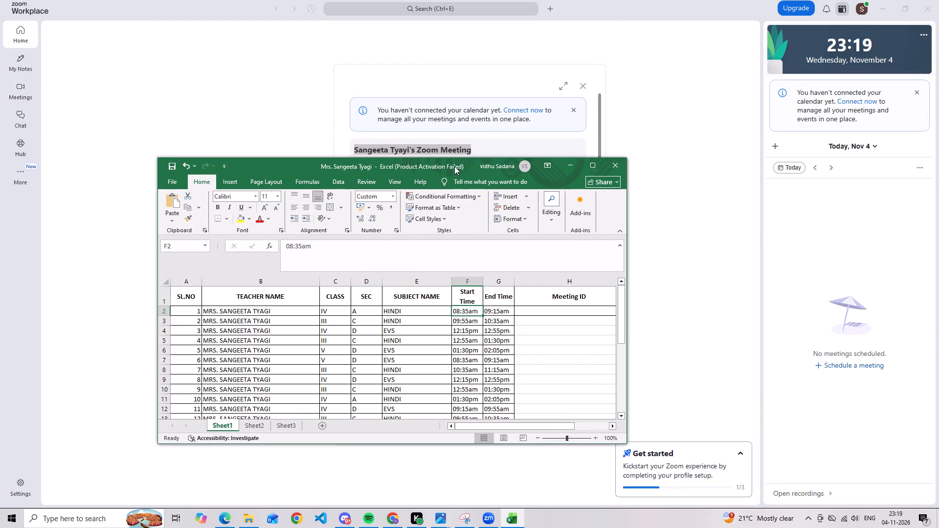
Move the timetable workbook window aside to uncover the Zoom meeting scheduling form, keeping the class times in view.
{"action": "left_click_drag", "start_coordinate": [308, 163], "coordinate": [94, 217]}
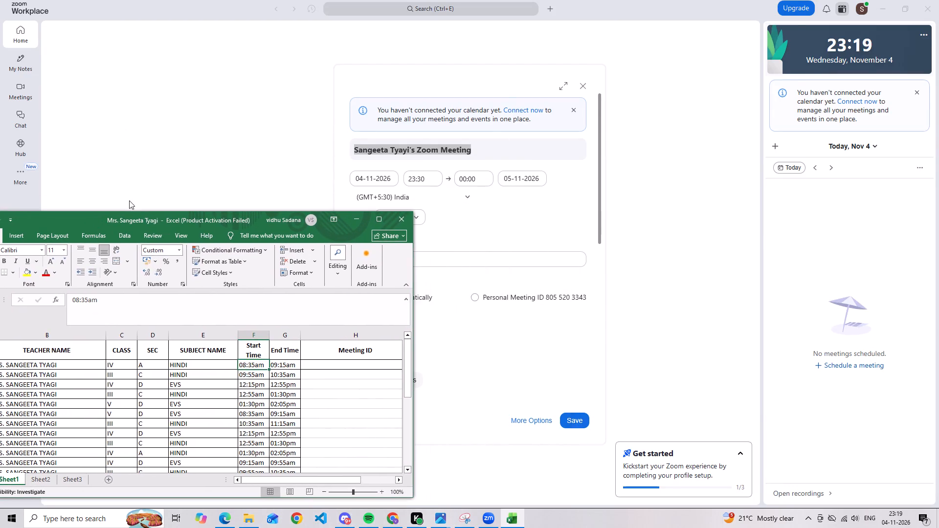
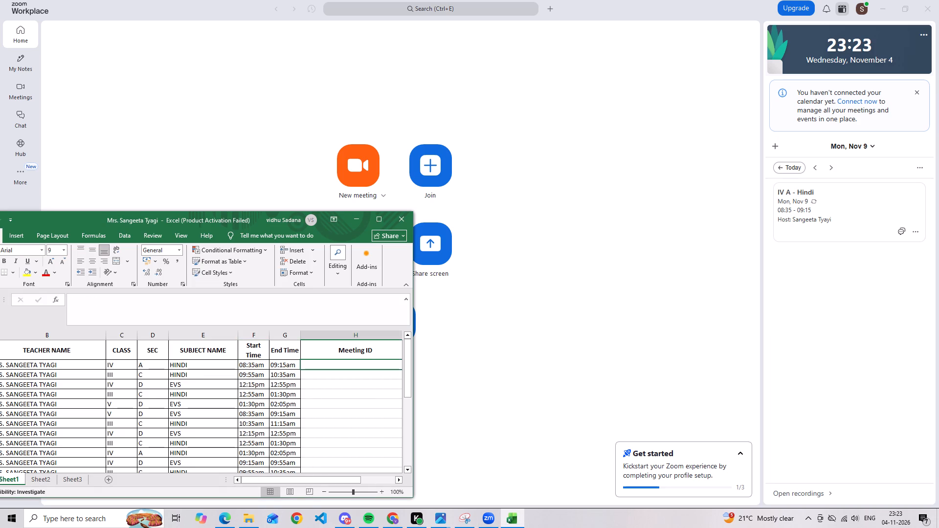
Paste the copied Zoom meeting invitation into the Meeting ID column starting at H2.
{"action": "key", "text": "ctrl+v"}
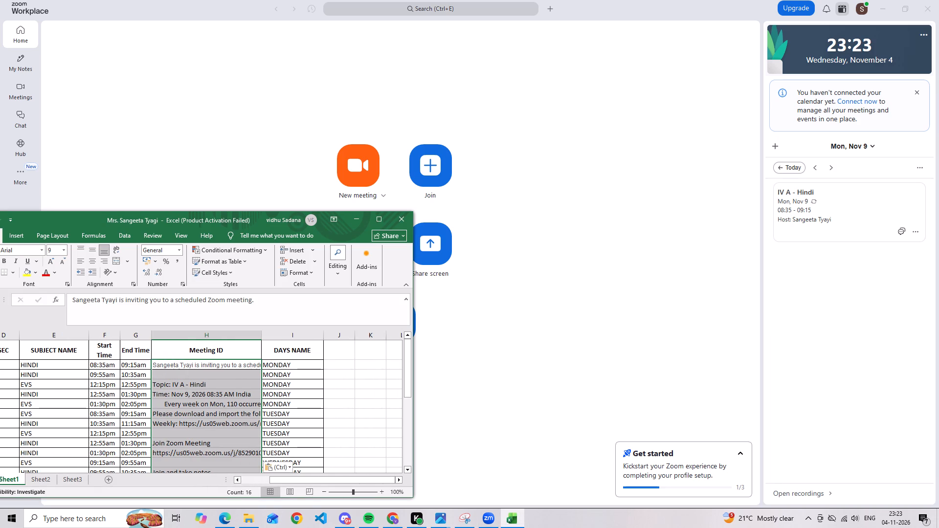
Copy the Join Zoom Meeting link from H11 of the pasted invitation into H4.
{"action": "scroll", "coordinate": [240, 378], "scroll_direction": "down", "scroll_amount": 1}
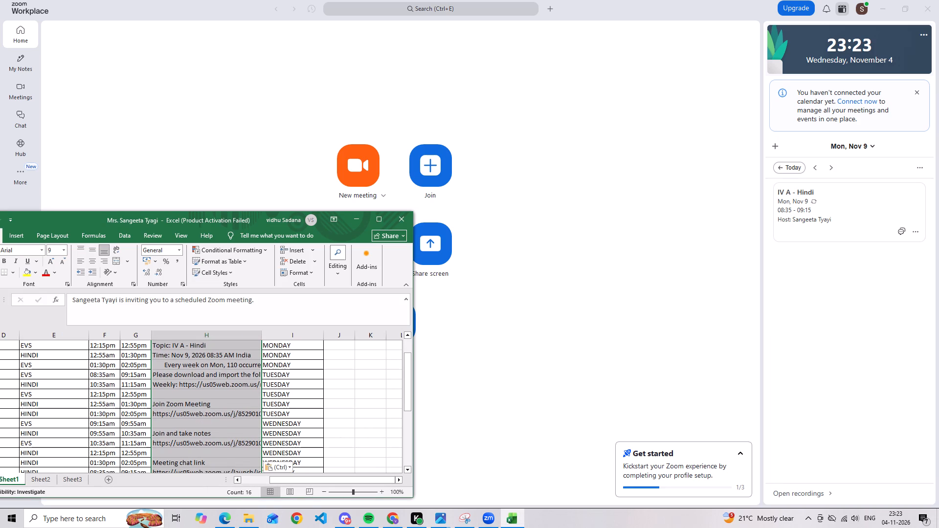
{"action": "left_click", "coordinate": [236, 413]}
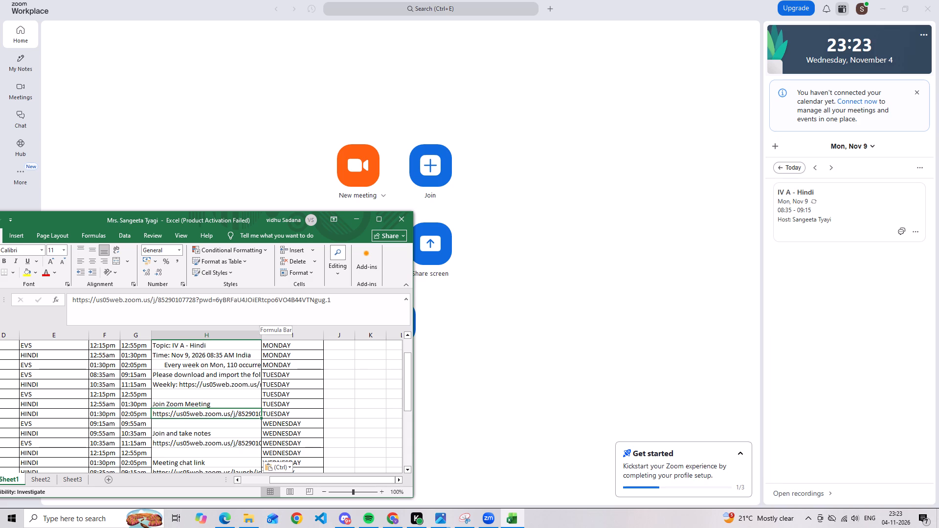
{"action": "key", "text": "ctrl+c"}
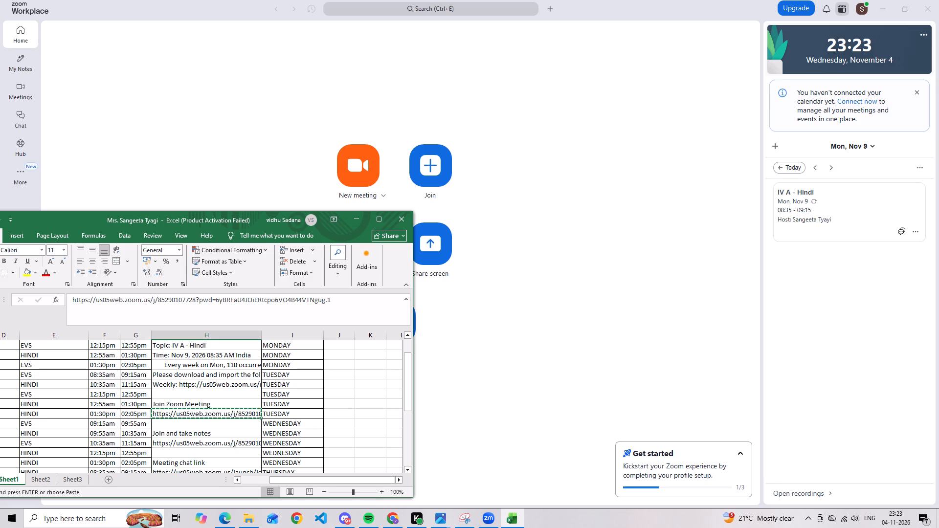
{"action": "left_click", "coordinate": [210, 344]}
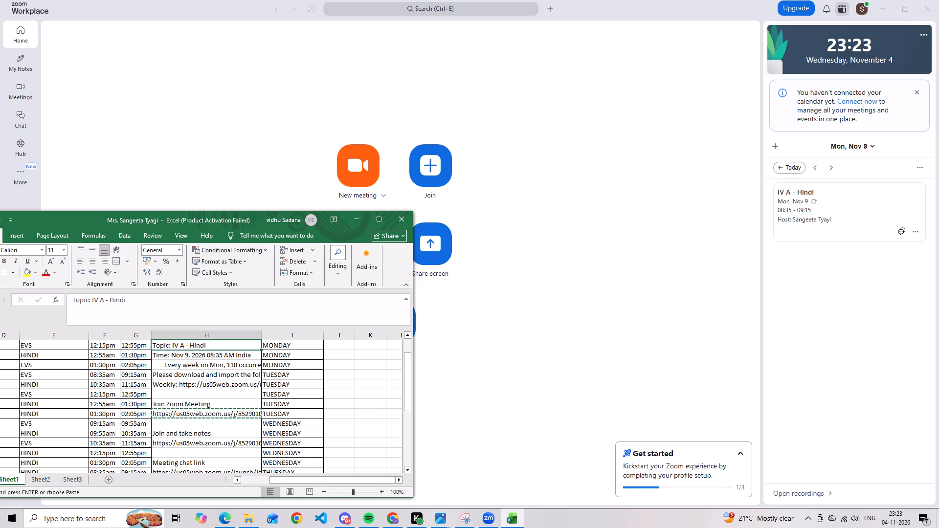
{"action": "key", "text": "ctrl+v"}
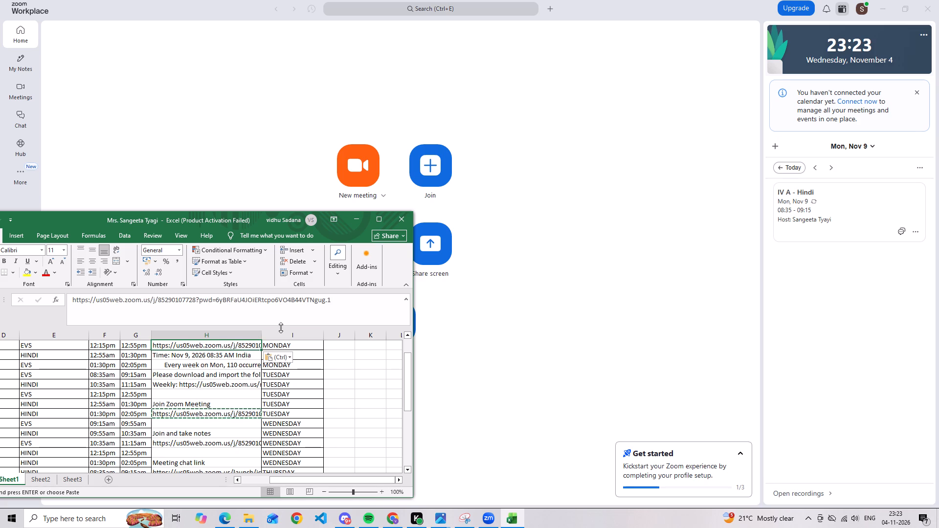
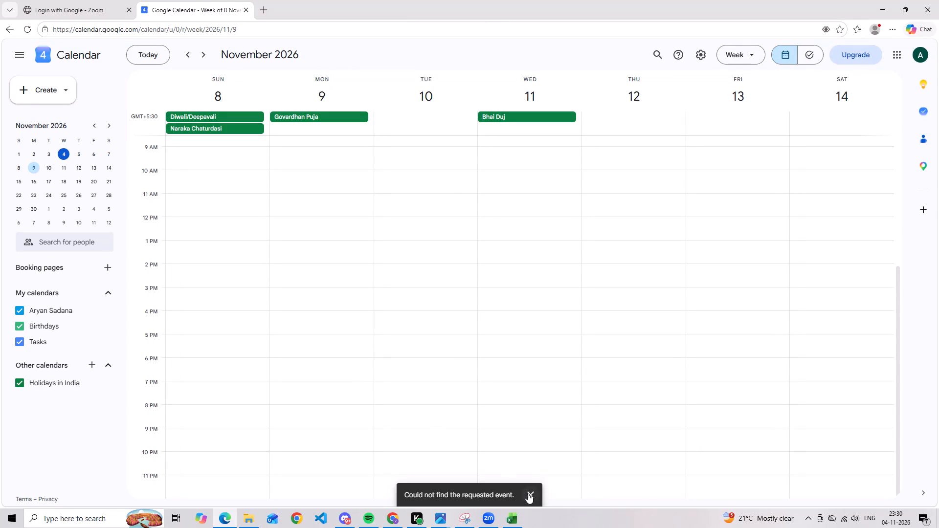
Switch Google Calendar to the teacher's account, the last one listed, and dismiss its welcome and dark mode dialogs.
{"action": "scroll", "coordinate": [483, 413], "scroll_direction": "down", "scroll_amount": 5}
{"action": "scroll", "coordinate": [484, 408], "scroll_direction": "up", "scroll_amount": 9}
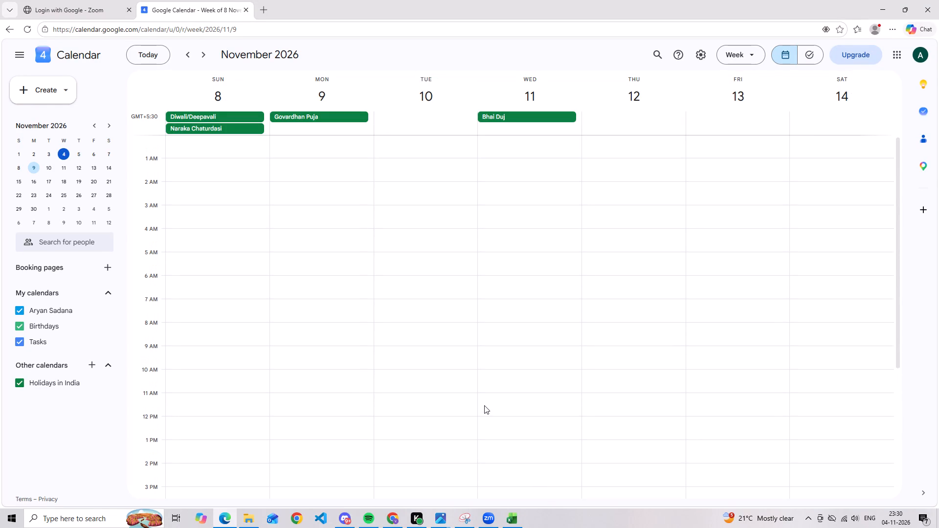
{"action": "scroll", "coordinate": [484, 405], "scroll_direction": "up", "scroll_amount": 5}
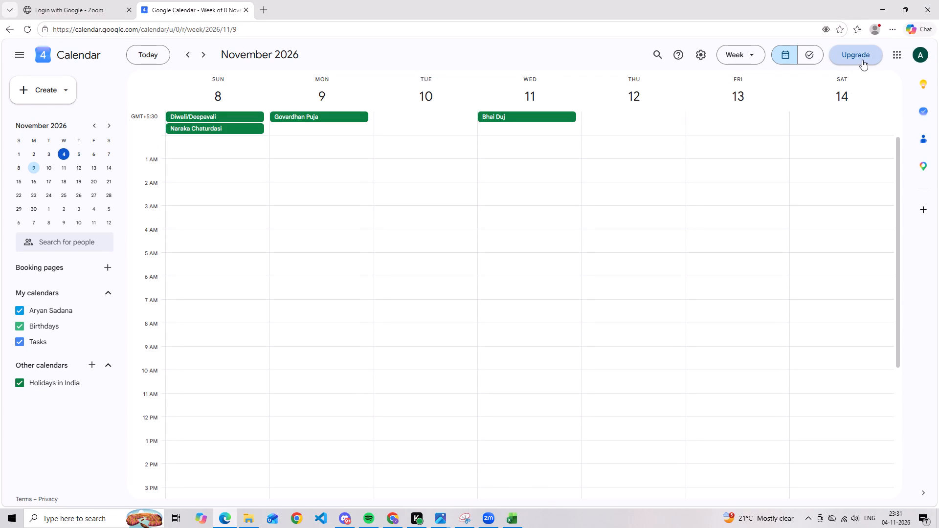
{"action": "left_click", "coordinate": [921, 54]}
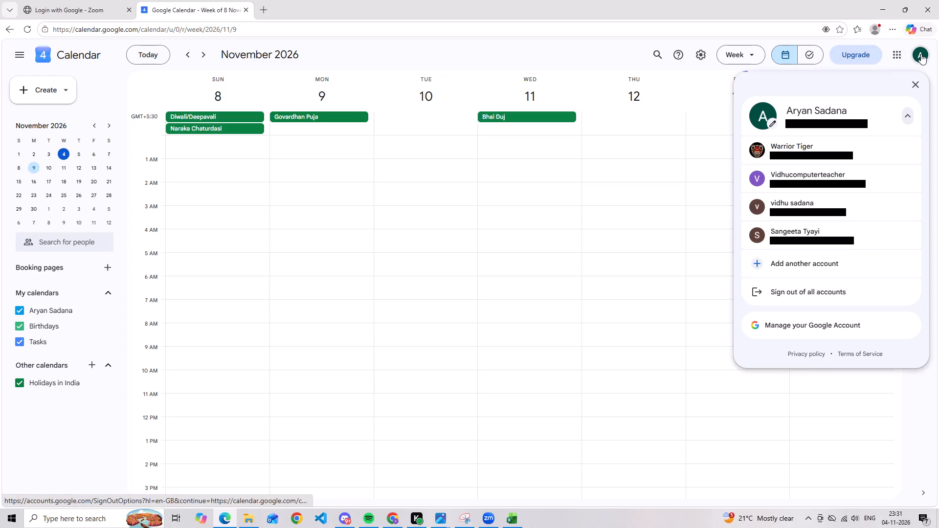
{"action": "left_click", "coordinate": [815, 242]}
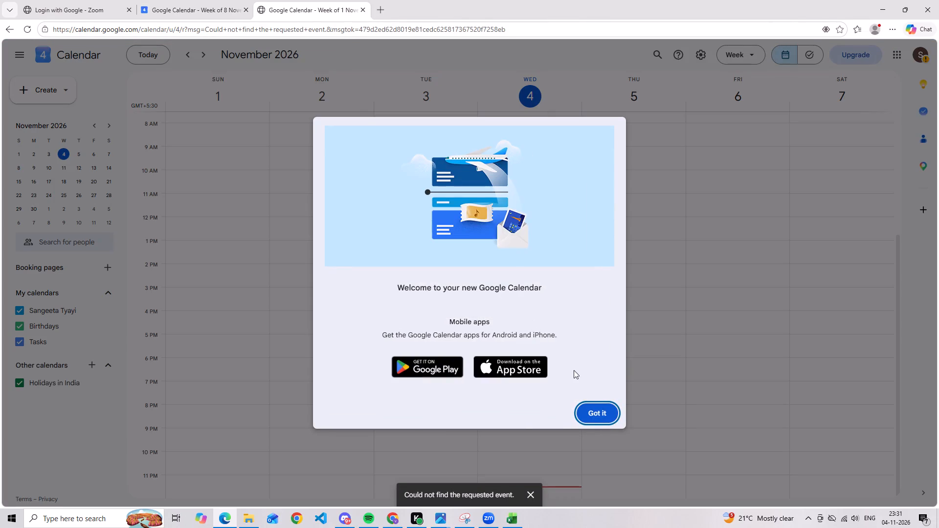
{"action": "left_click", "coordinate": [602, 413]}
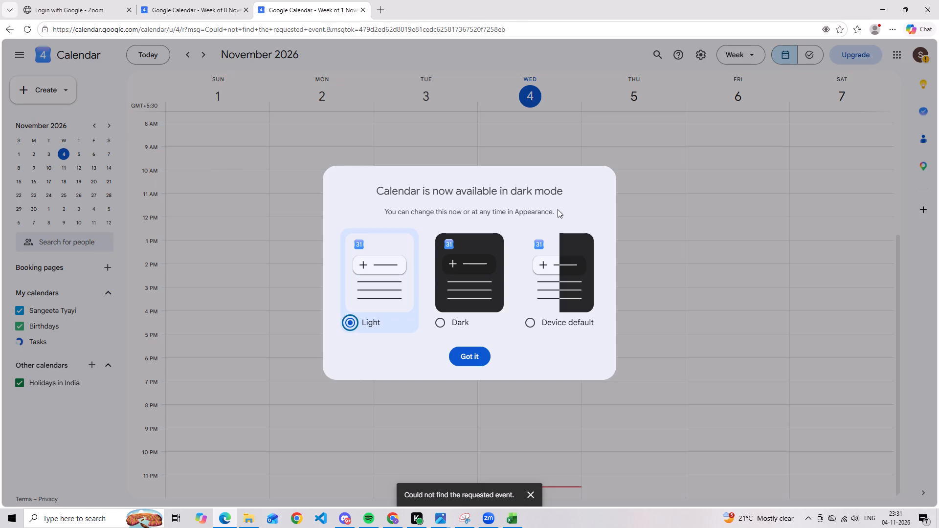
{"action": "left_click", "coordinate": [247, 220]}
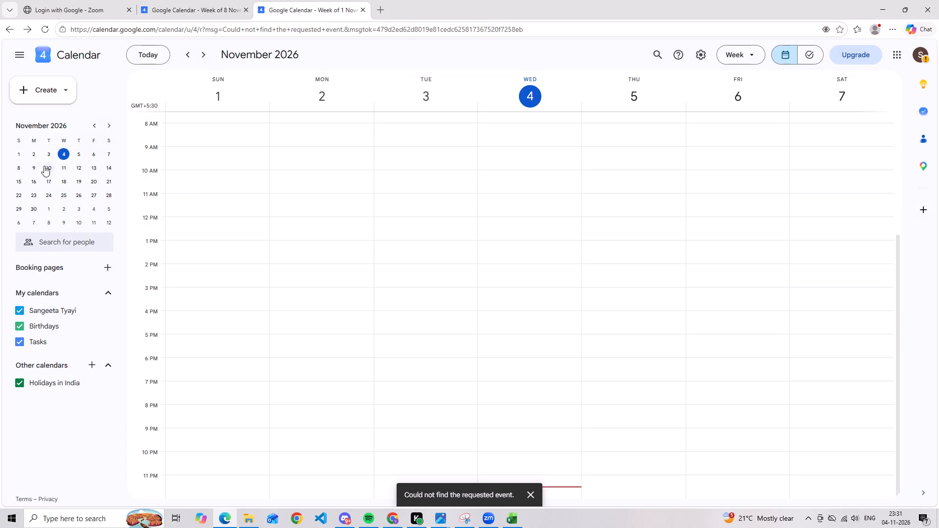
Show the week of 9 November 2026 in the teacher's calendar and look through its hours for the scheduled class.
{"action": "left_click", "coordinate": [37, 166]}
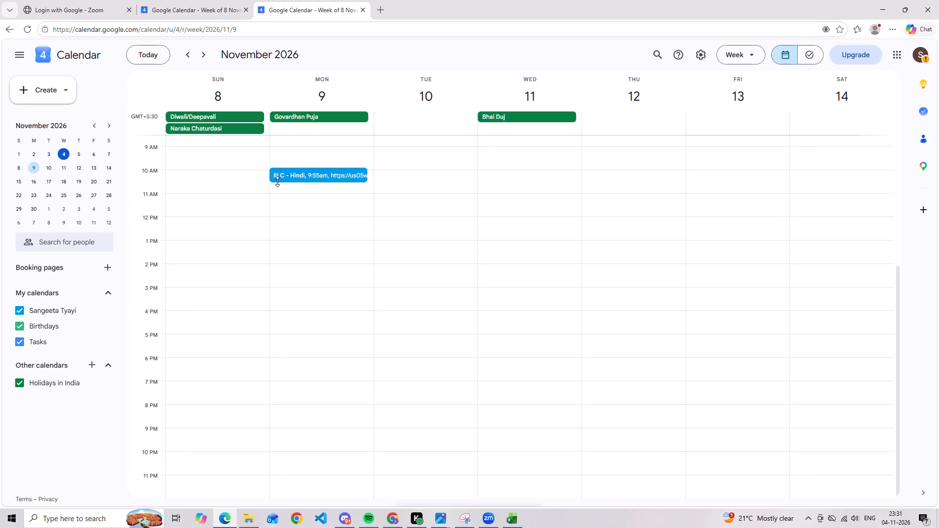
{"action": "scroll", "coordinate": [354, 182], "scroll_direction": "up", "scroll_amount": 2}
{"action": "scroll", "coordinate": [354, 182], "scroll_direction": "down", "scroll_amount": 2}
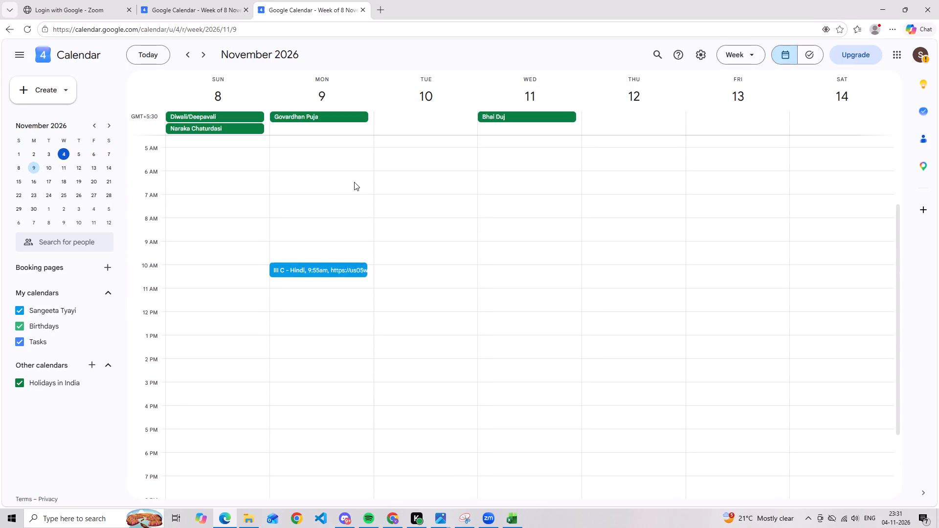
{"action": "scroll", "coordinate": [354, 182], "scroll_direction": "down", "scroll_amount": 6}
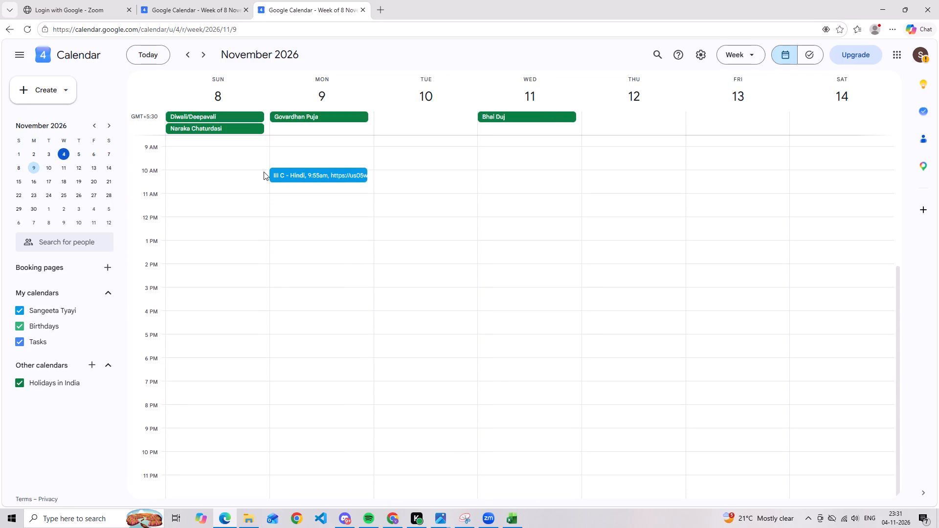
Return to the first account's calendar and recheck its week of 8 November 2026 for class events.
{"action": "left_click", "coordinate": [202, 6]}
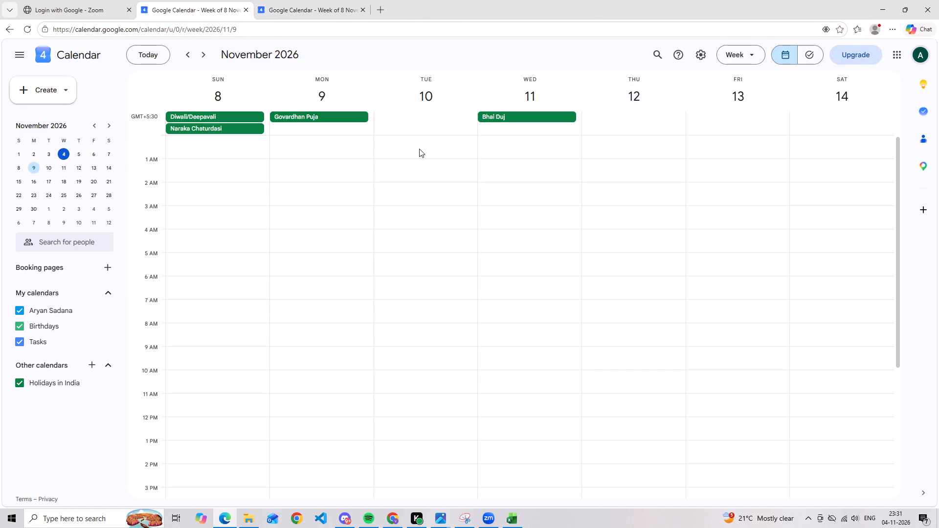
{"action": "scroll", "coordinate": [419, 149], "scroll_direction": "down", "scroll_amount": 3}
{"action": "scroll", "coordinate": [419, 149], "scroll_direction": "up", "scroll_amount": 14}
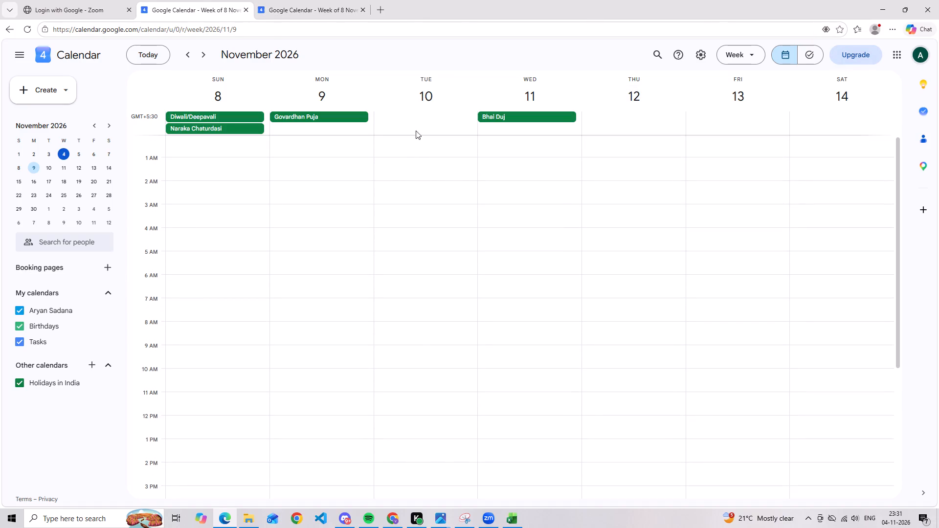
Switch to the teacher's account again, the last one listed, and show the week containing 9 November 2026.
{"action": "left_click", "coordinate": [921, 59]}
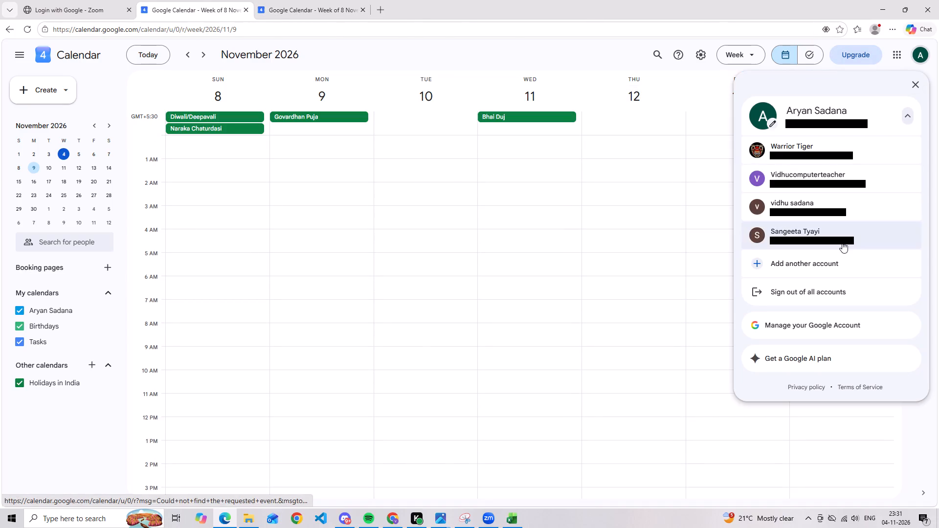
{"action": "left_click", "coordinate": [842, 241]}
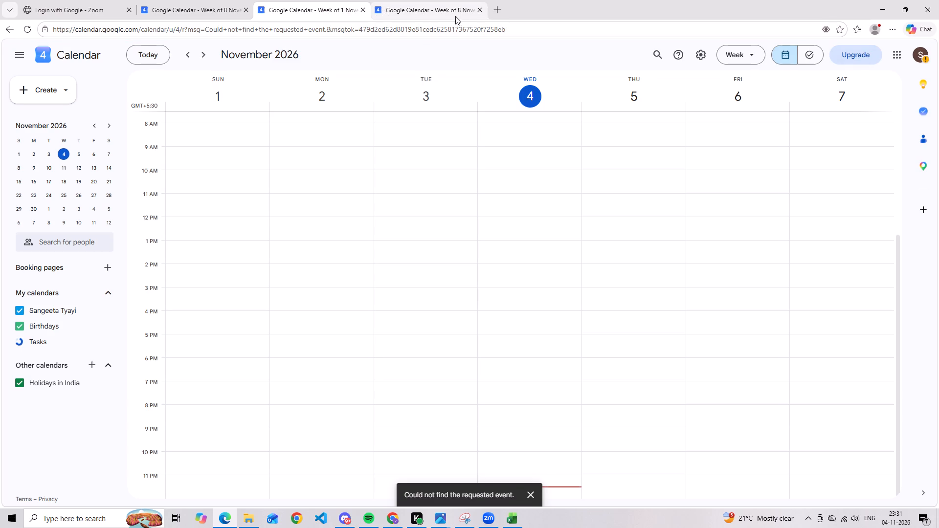
{"action": "left_click", "coordinate": [35, 168]}
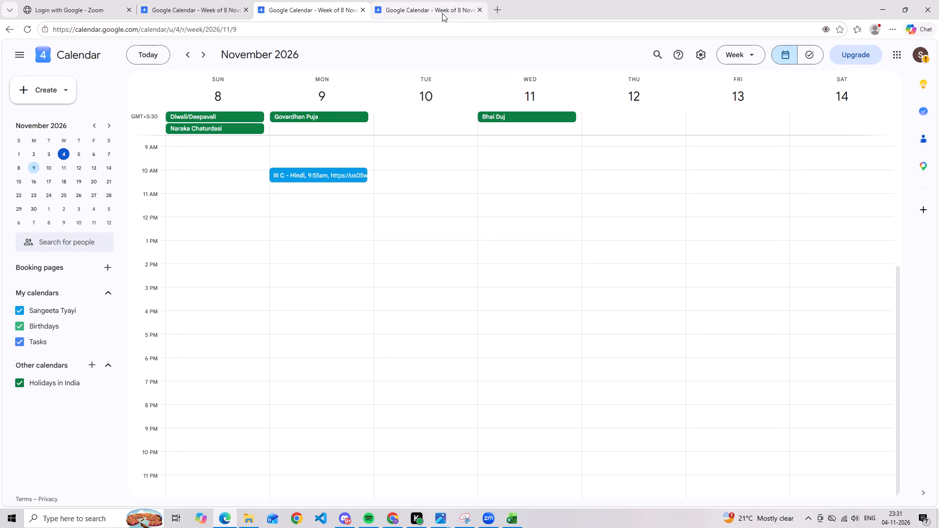
Close the duplicate copy of the teacher's calendar and the first account's calendar page.
{"action": "left_click", "coordinate": [479, 10]}
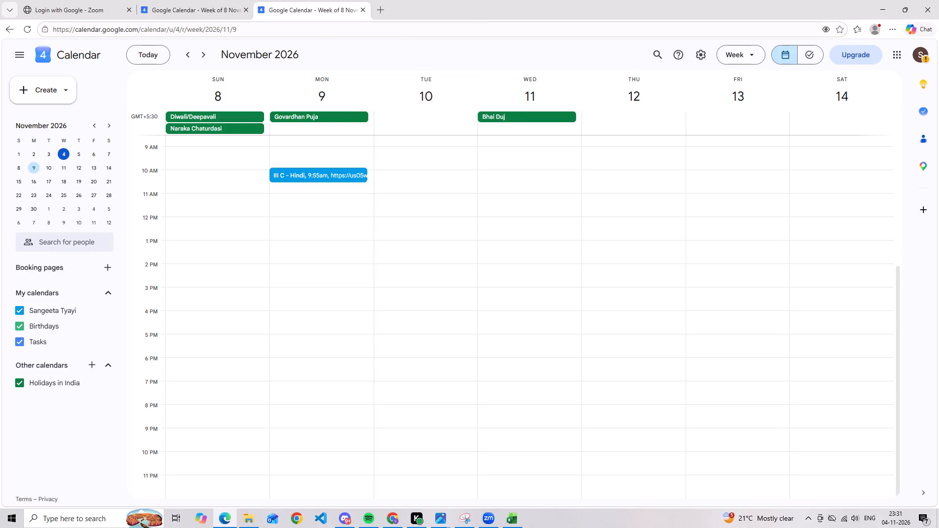
{"action": "left_click", "coordinate": [198, 5]}
{"action": "left_click", "coordinate": [250, 11]}
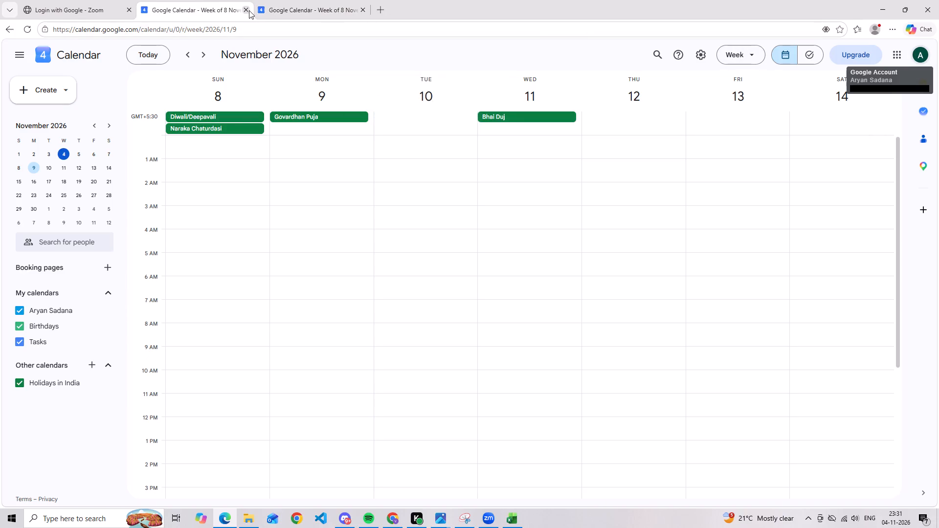
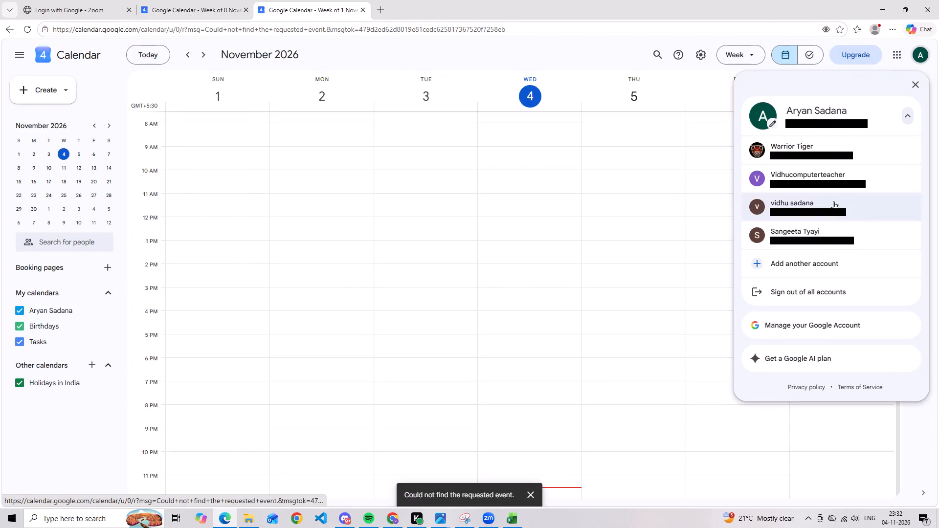
Switch to the teacher's account, the last one listed, and close the first account's calendar page.
{"action": "left_click", "coordinate": [814, 234]}
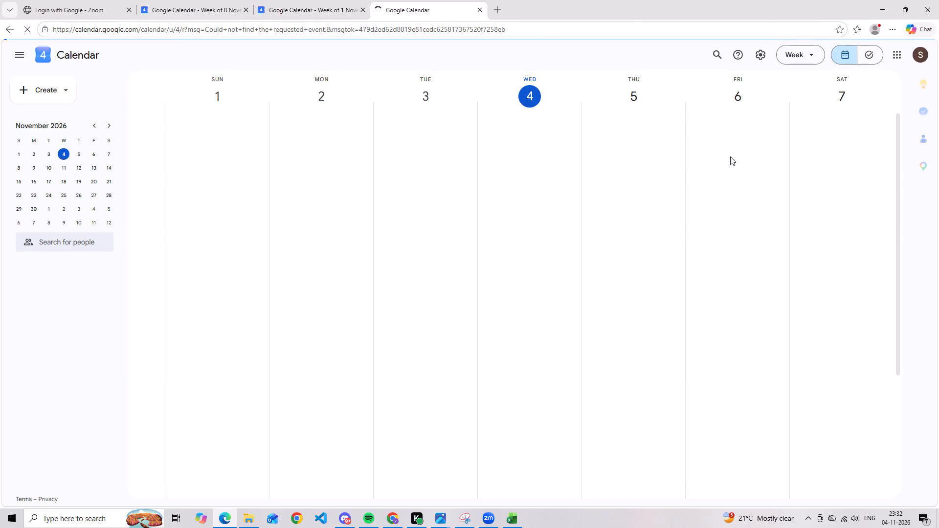
{"action": "left_click", "coordinate": [361, 11]}
Check the teacher's calendar for the week of 8 November 2026 against the other open copy showing the week of 1 November.
{"action": "left_click", "coordinate": [225, 14]}
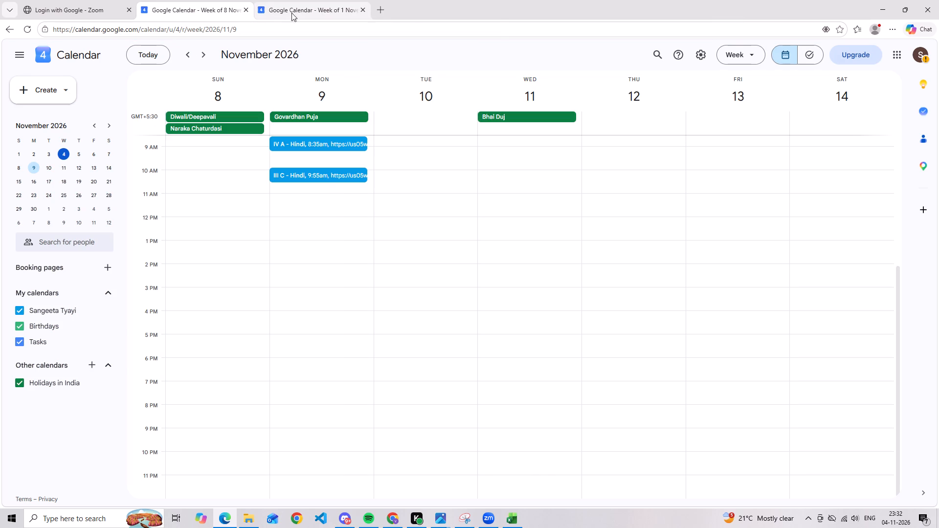
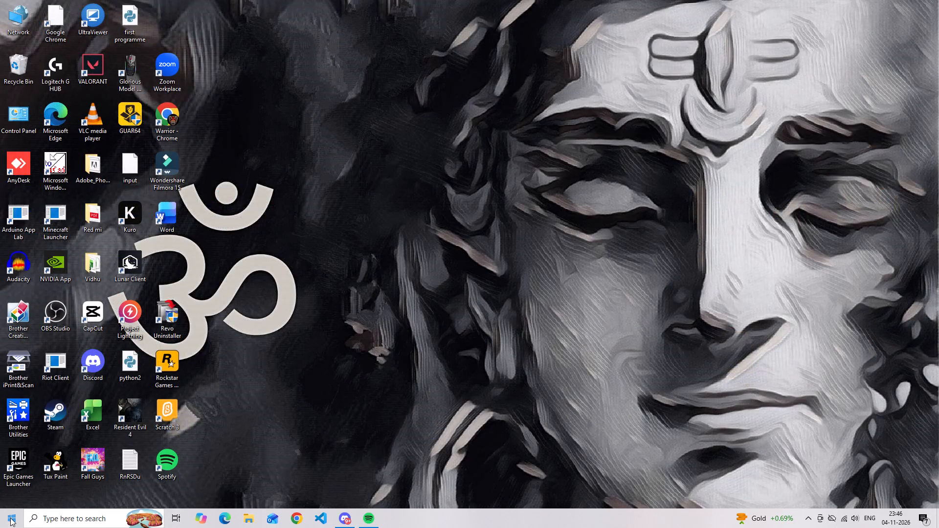
Shut down the computer.
{"action": "left_click", "coordinate": [9, 520]}
{"action": "left_click", "coordinate": [20, 496]}
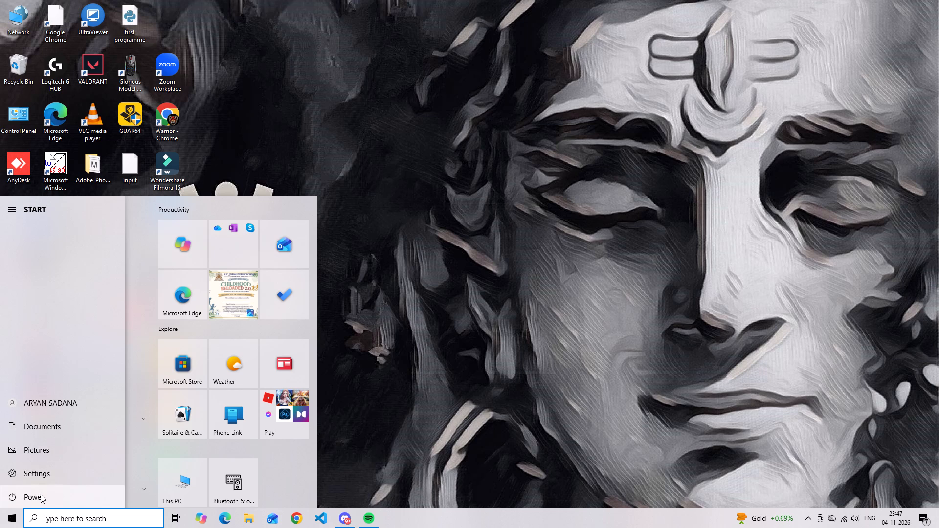
{"action": "left_click", "coordinate": [40, 495]}
{"action": "left_click", "coordinate": [50, 459]}
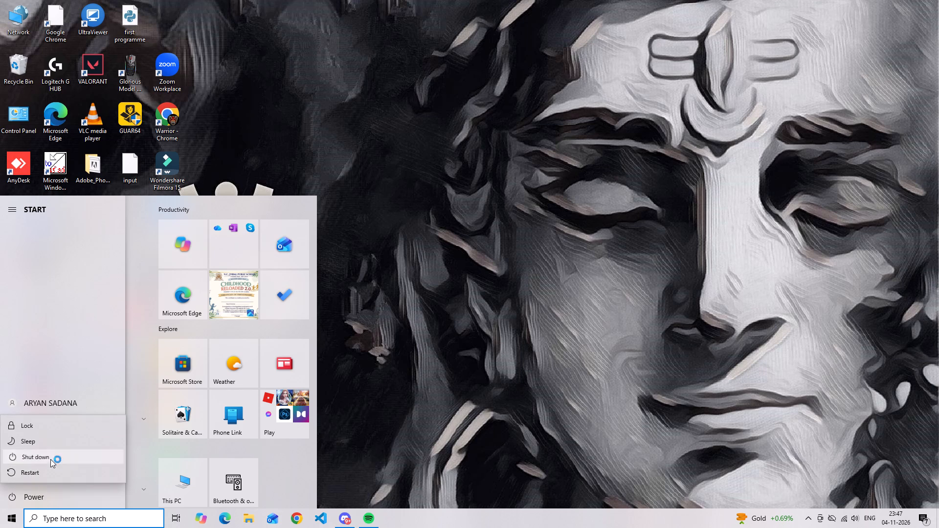